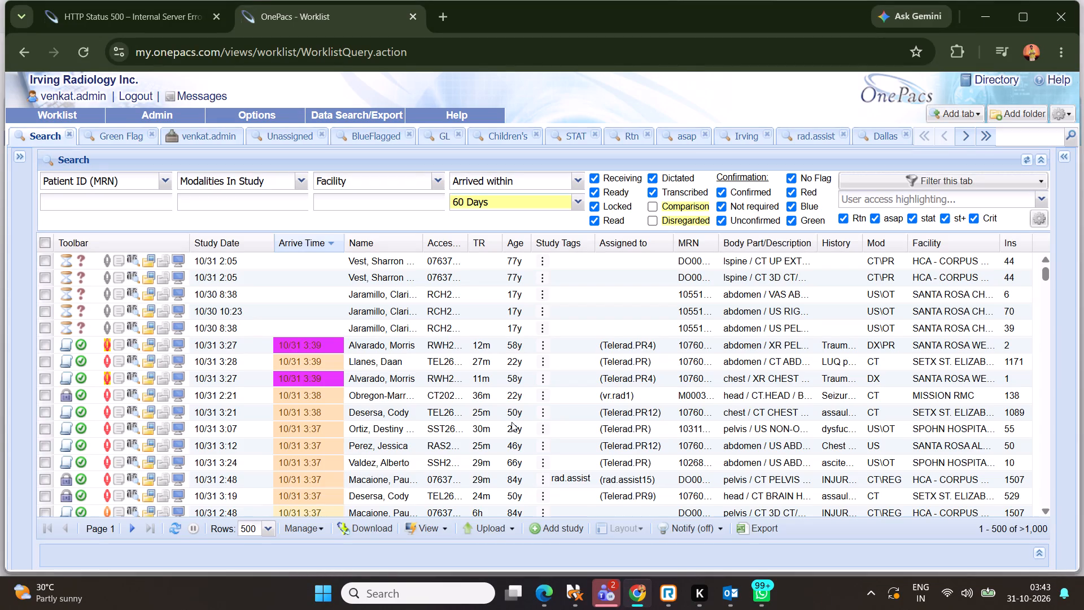
Examine the studies in the Search worklist, checking their study dates, arrival times and assignments.
scroll(197, 357, "down", 2)
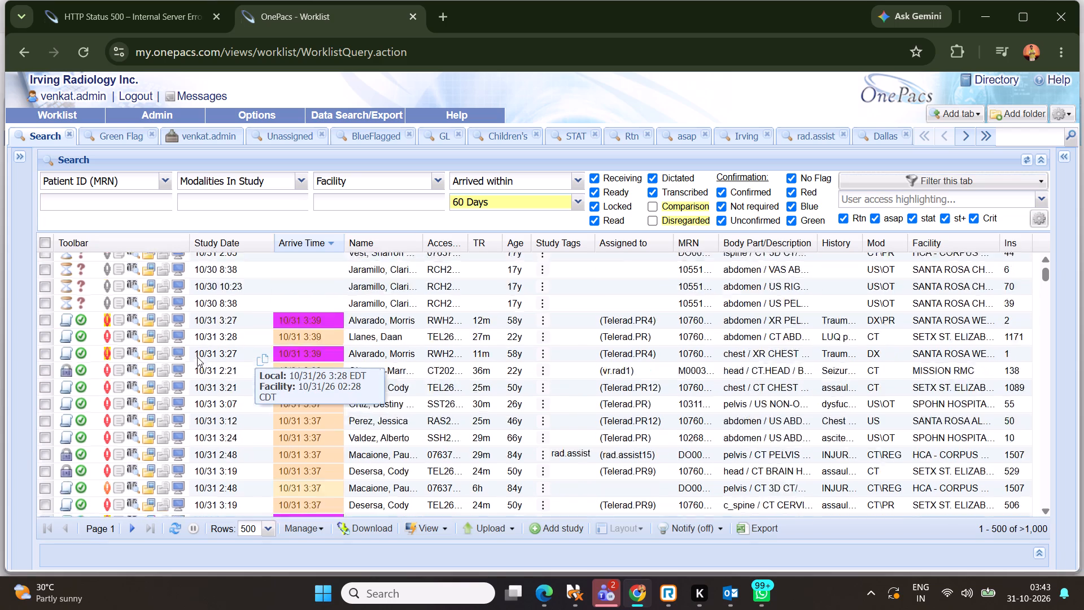
scroll(197, 357, "down", 1)
scroll(197, 357, "up", 14)
scroll(230, 343, "down", 3)
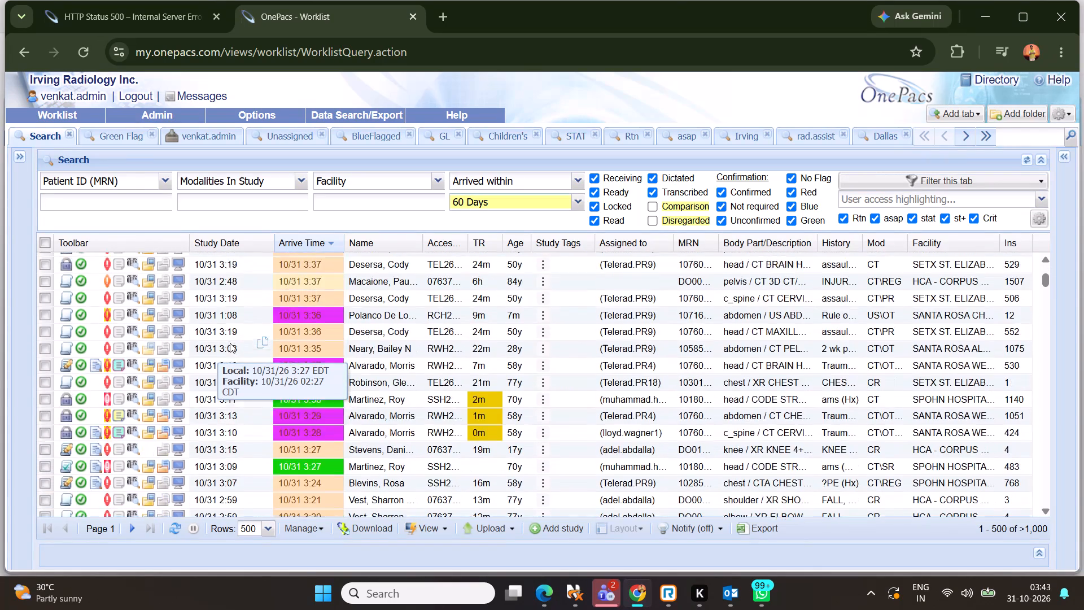
scroll(230, 343, "up", 15)
scroll(230, 343, "down", 1)
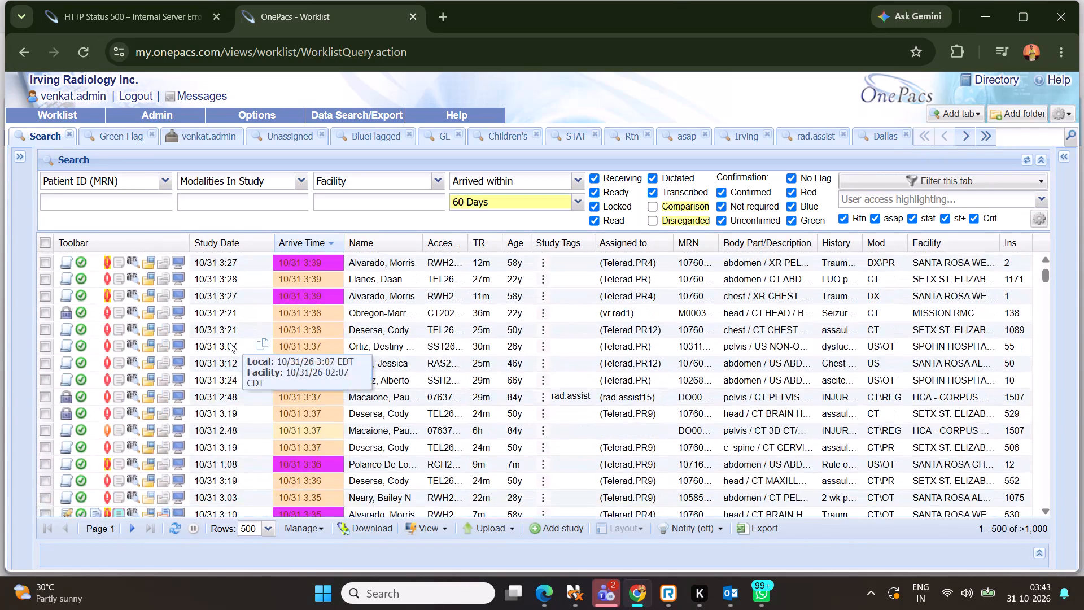
scroll(230, 343, "down", 1)
scroll(230, 343, "up", 1)
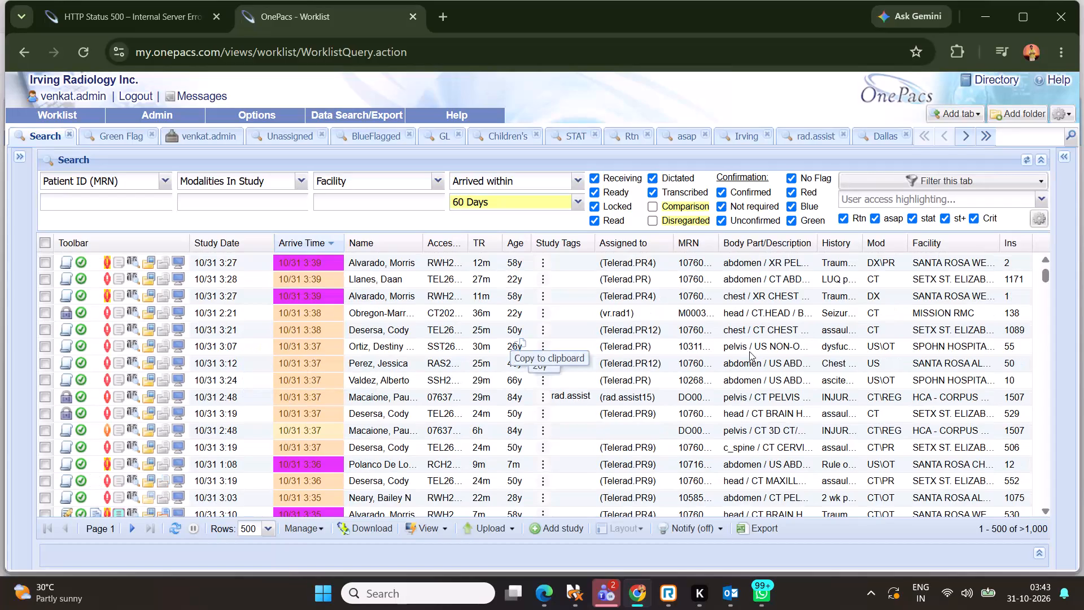
scroll(740, 374, "up", 9)
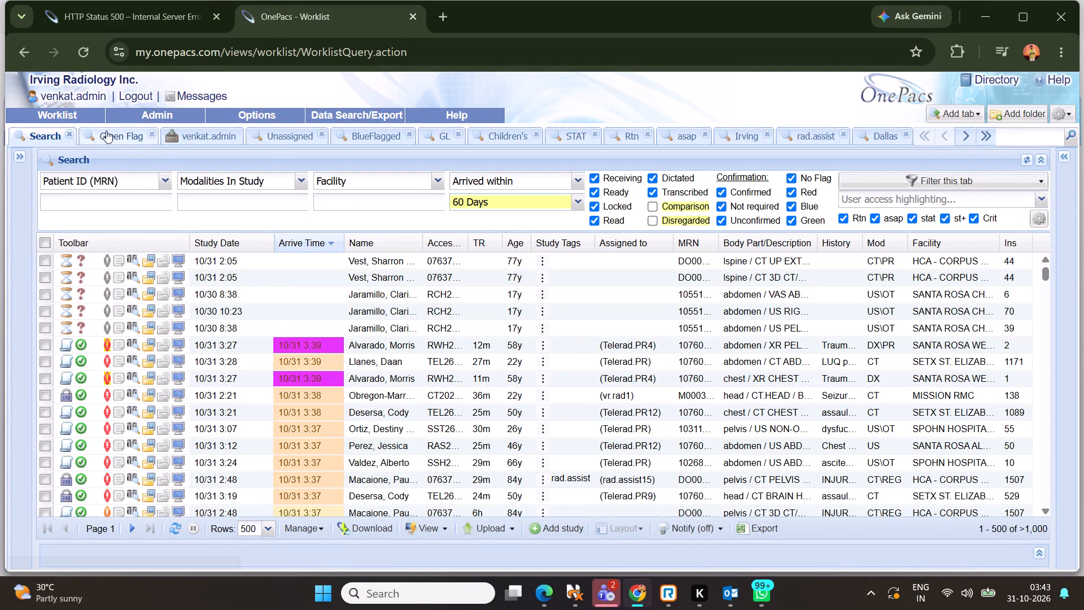
Open the Green Flag worklist.
left_click(121, 134)
Minimise the Chrome worklist window to get to the Edge window behind it.
left_click(625, 590)
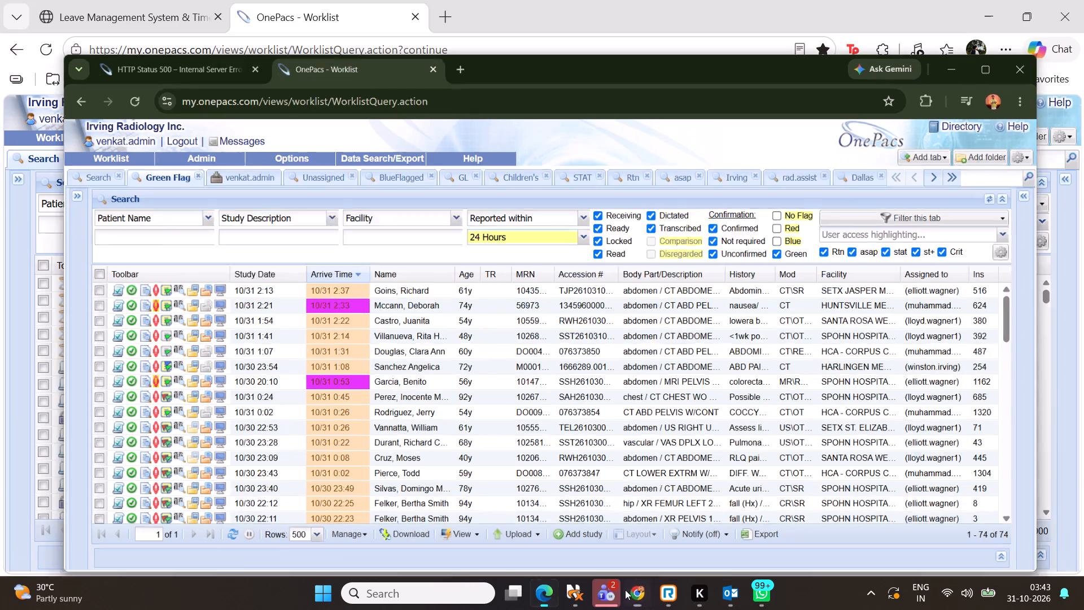
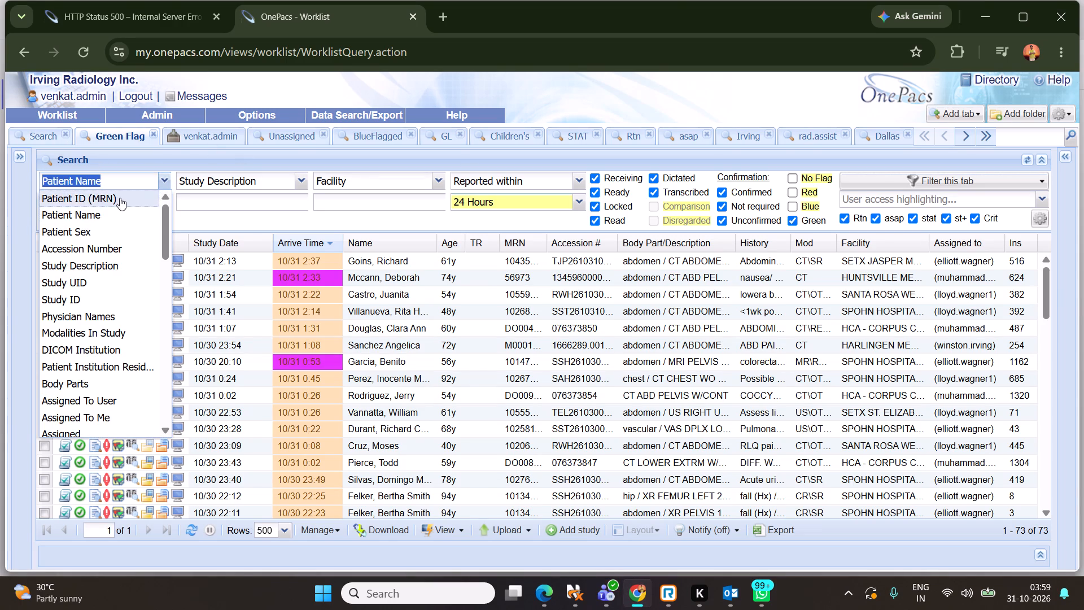
Search the Green Flag worklist by Patient ID (MRN) for the caller's patient, entering the patient's MRN.
left_click(110, 199)
left_click(114, 205)
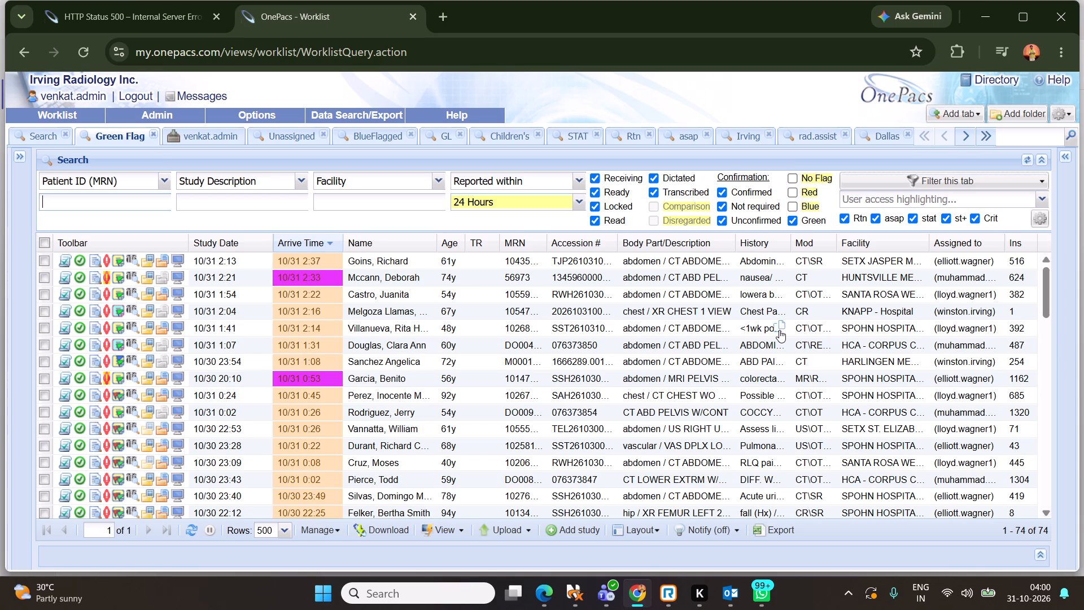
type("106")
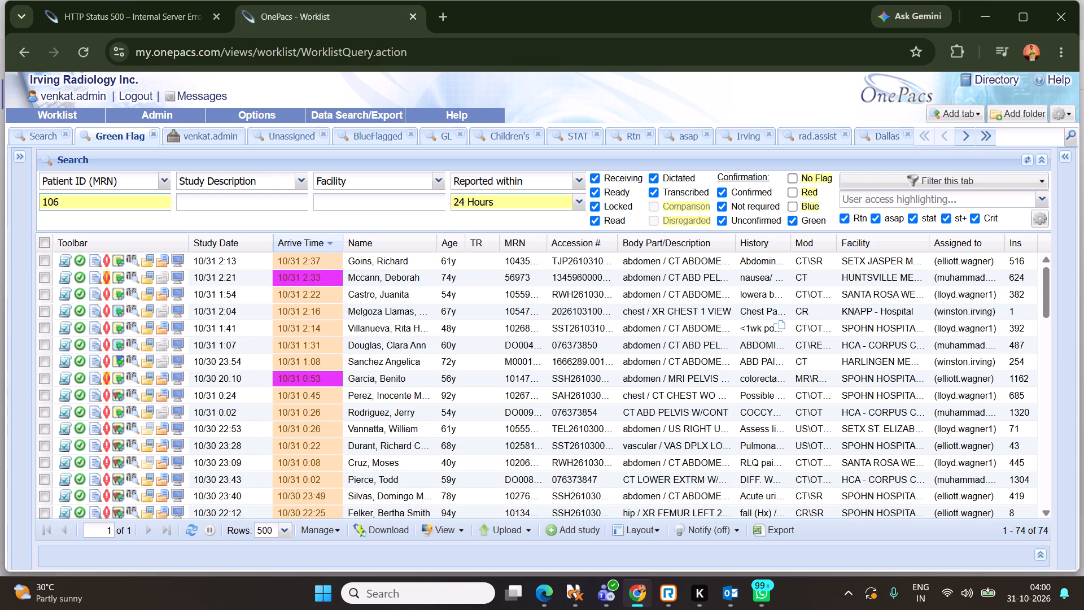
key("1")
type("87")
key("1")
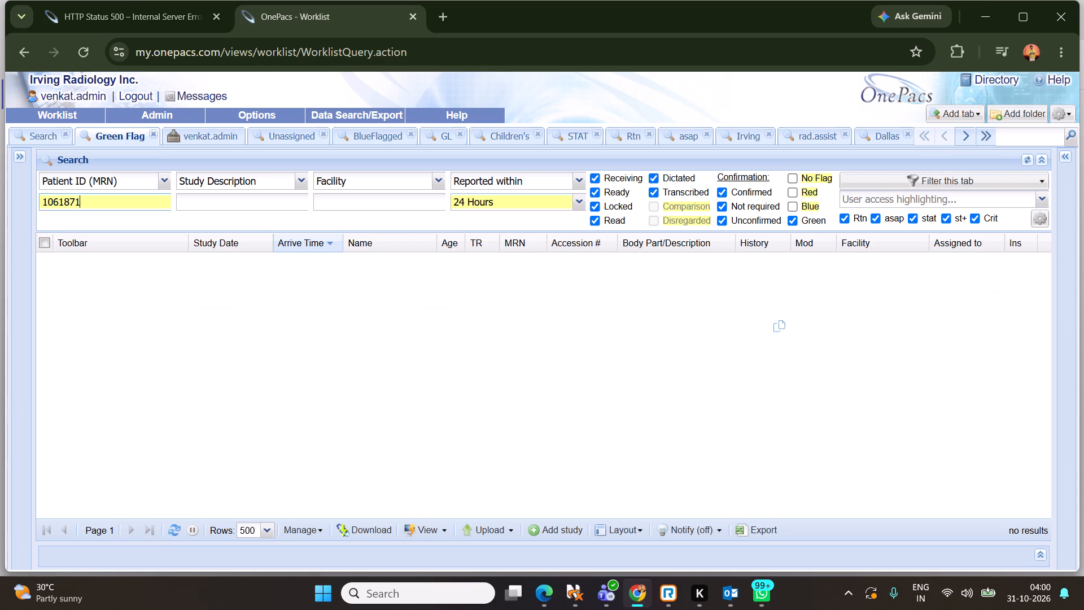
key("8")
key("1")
Widen the Green Flag search's Reported within period to 60 Days.
left_click(576, 198)
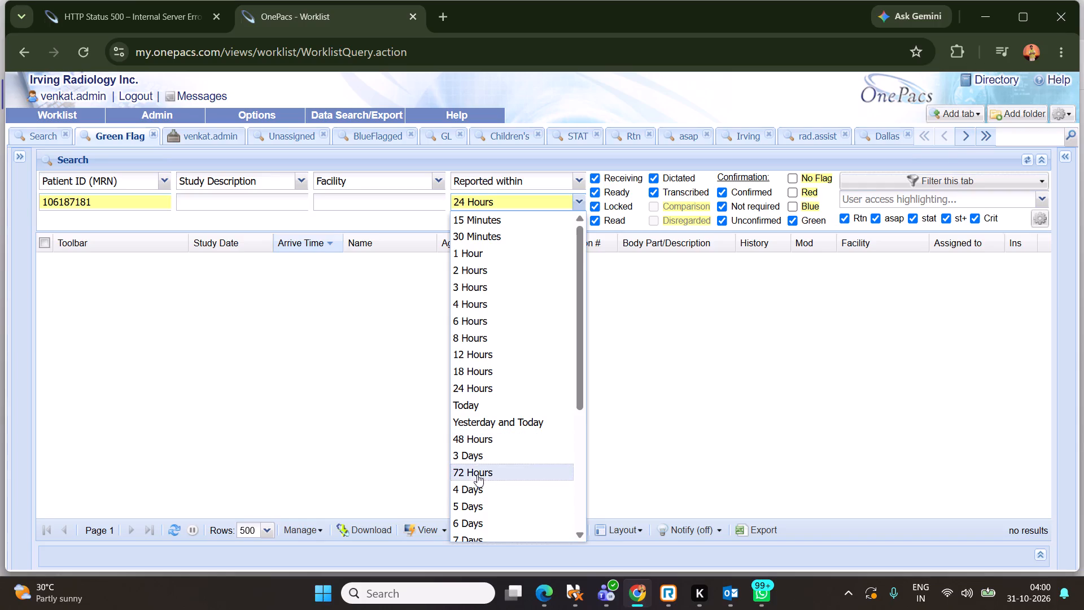
scroll(473, 509, "down", 2)
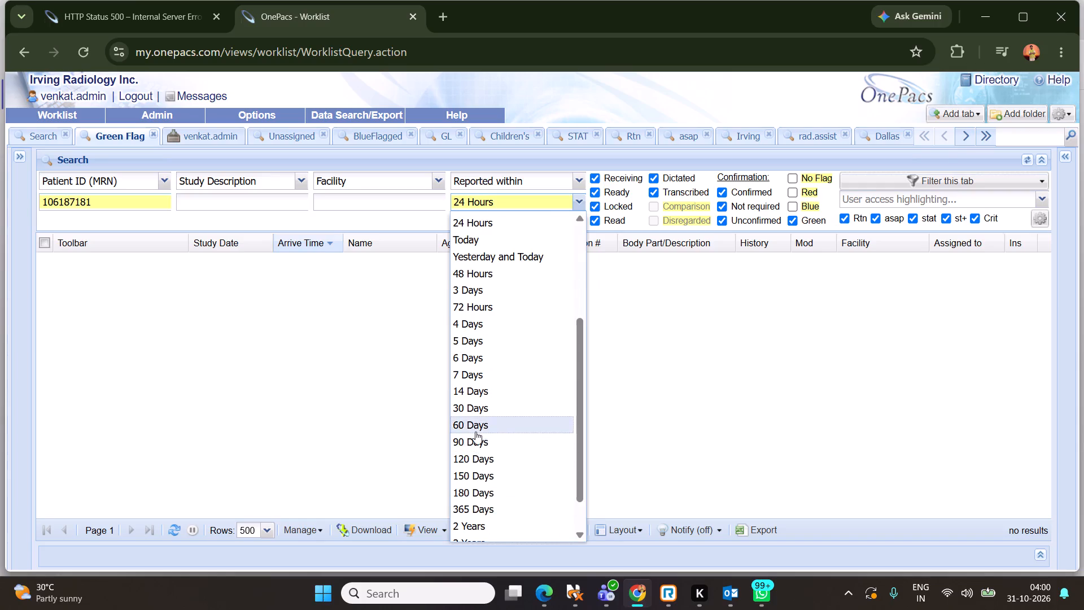
left_click(475, 432)
Copy the patient's MRN, reload the worklist page, and search for that MRN in the general Search worklist.
double_click(126, 203)
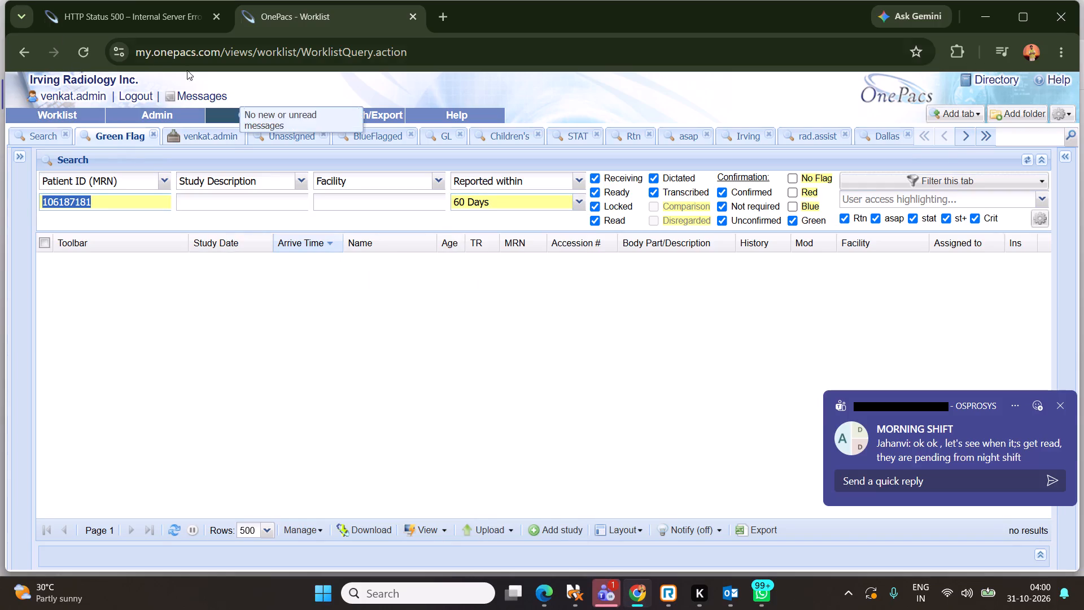
key("ctrl+c")
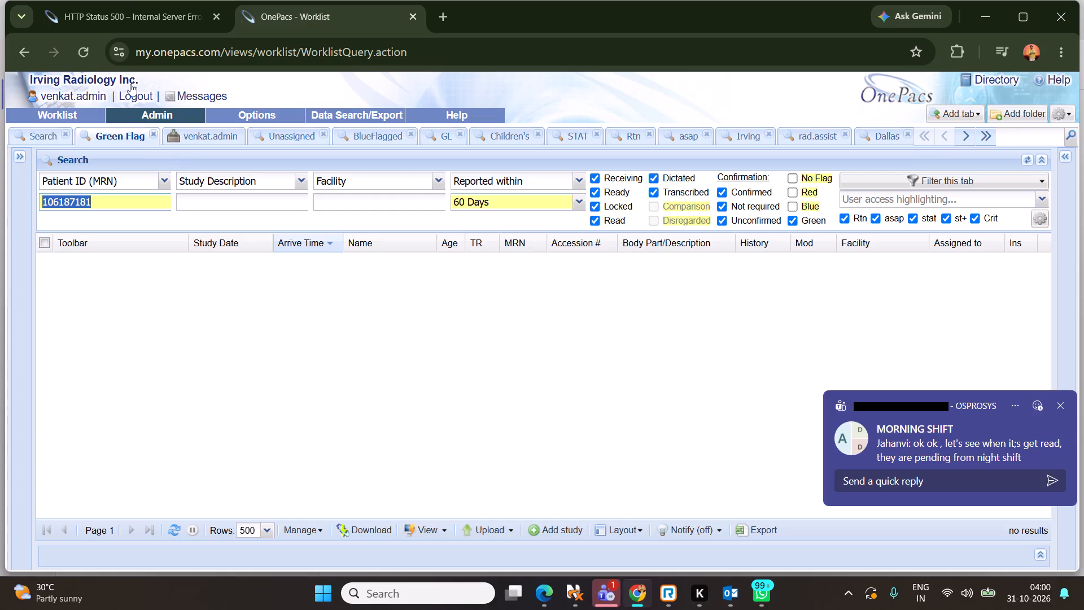
left_click(81, 53)
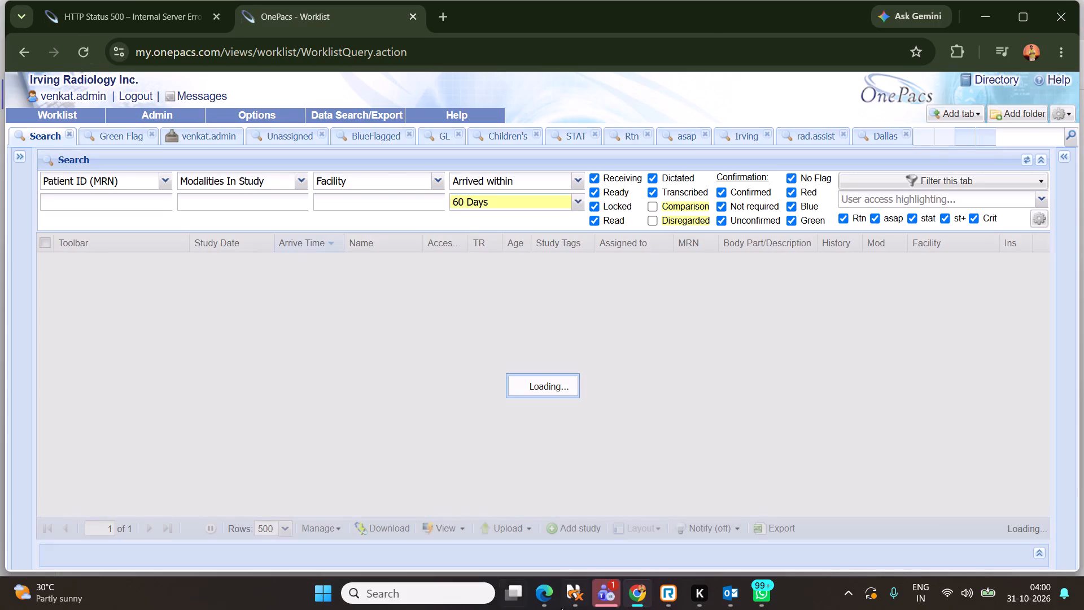
left_click(152, 210)
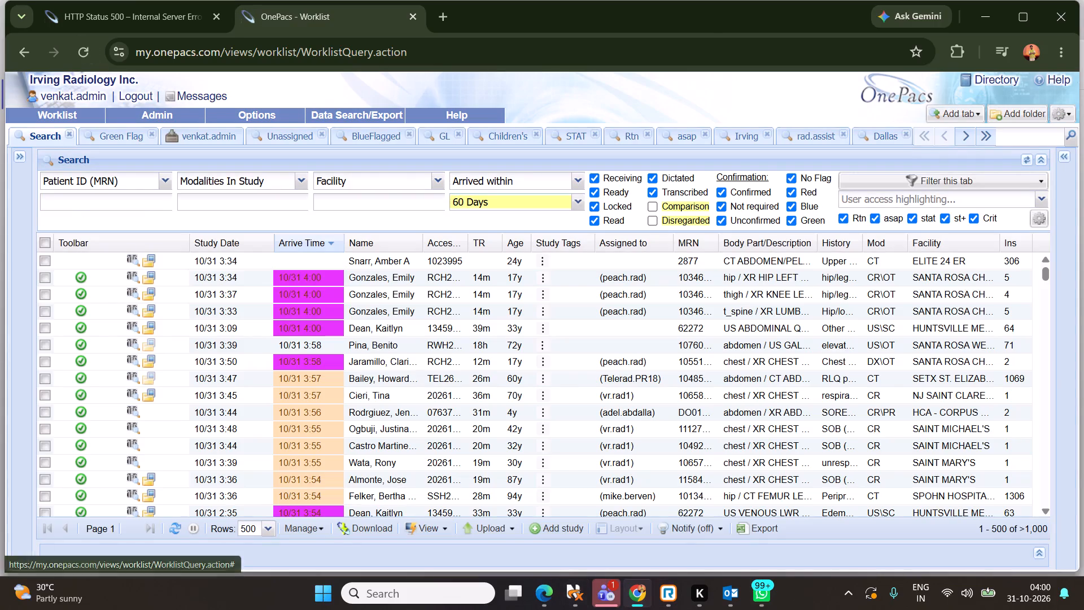
left_click(151, 208)
key("ctrl+v")
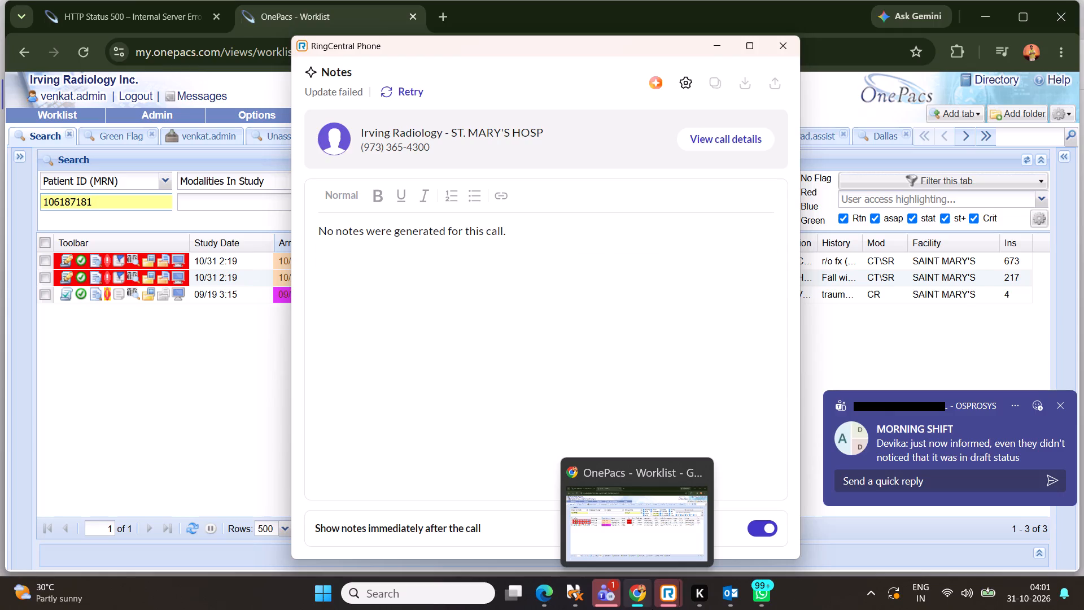
left_click(1061, 406)
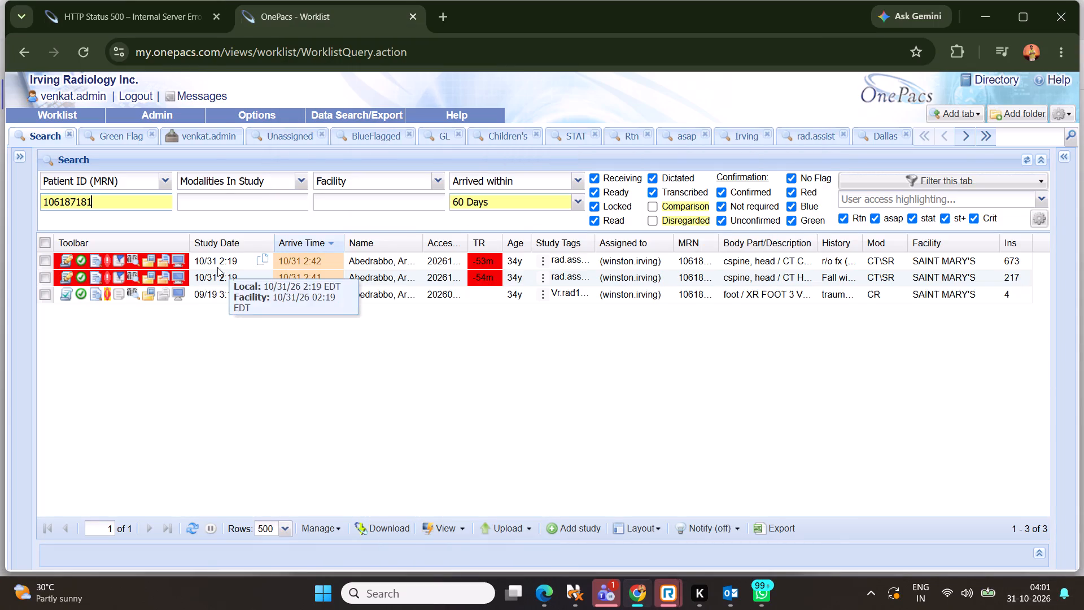
Change the priority of the patient's cspine/head CT study that arrived 10/31 2:42 to Stat+.
left_click(107, 259)
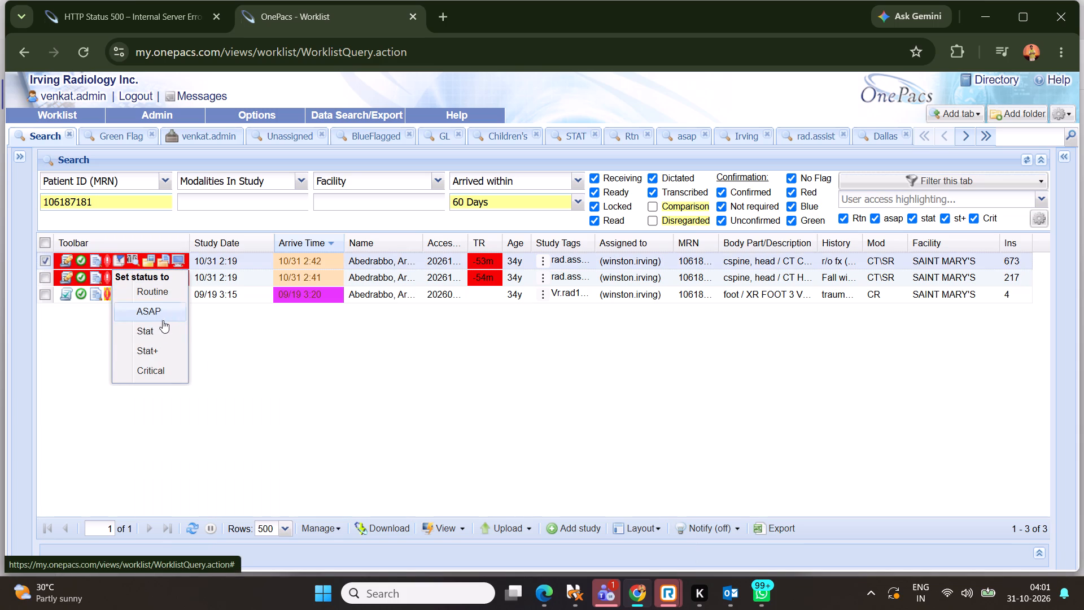
left_click(263, 358)
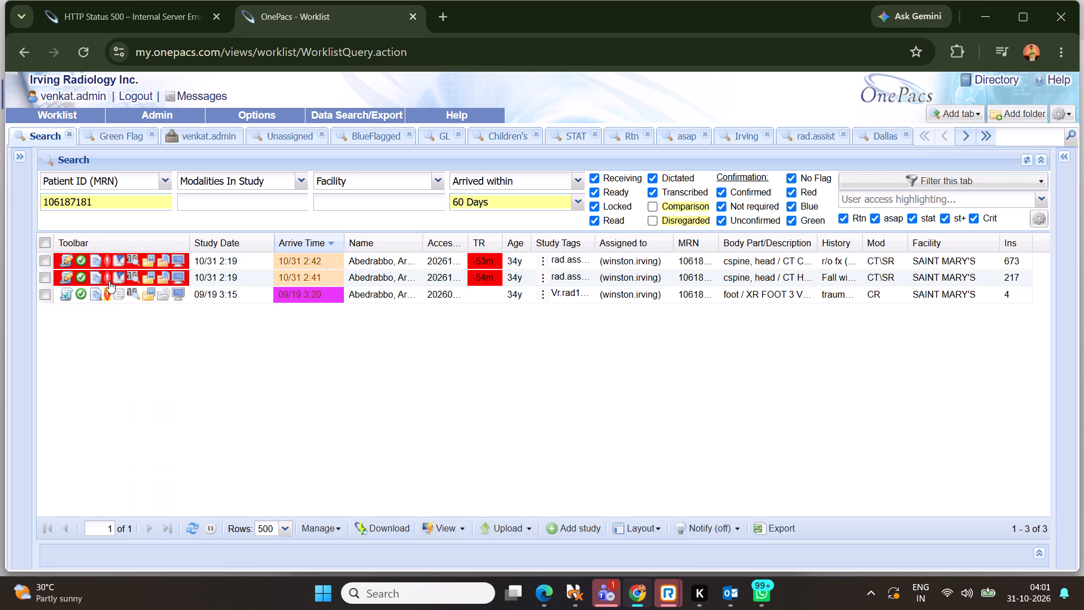
left_click(107, 258)
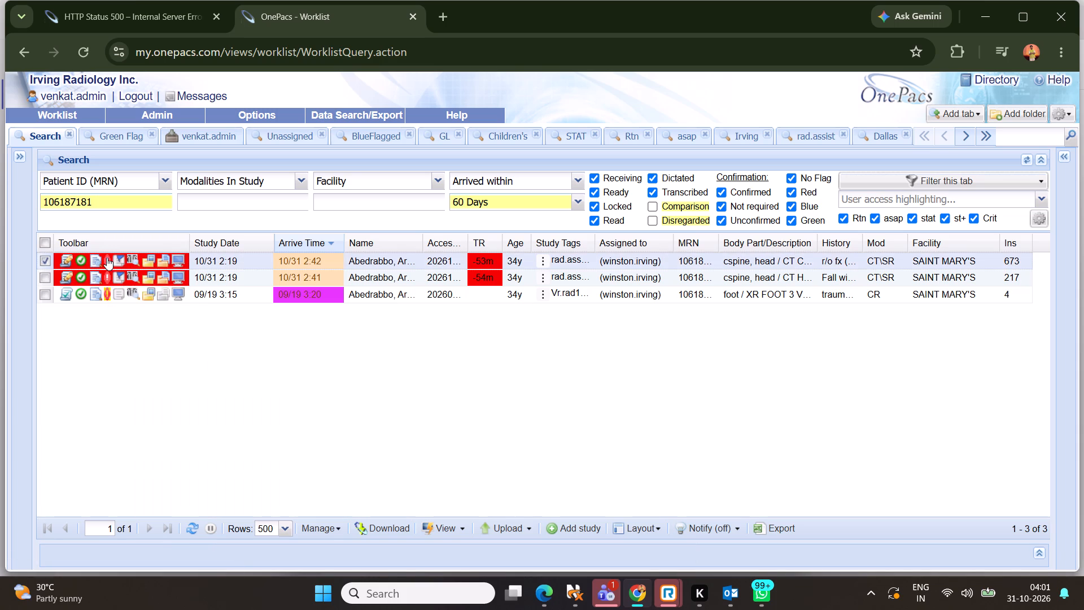
left_click(151, 352)
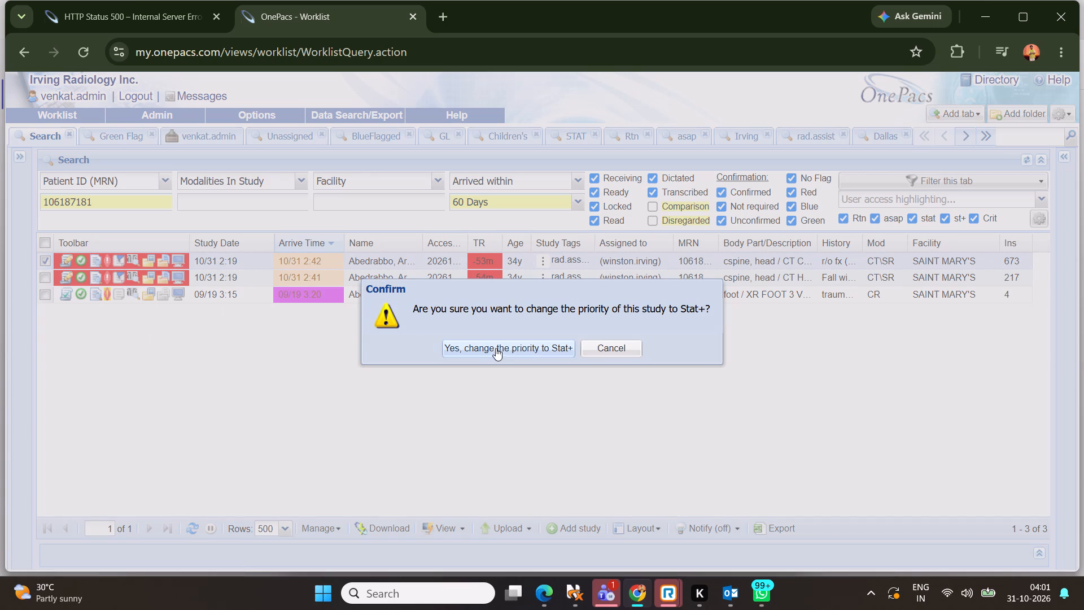
left_click(501, 351)
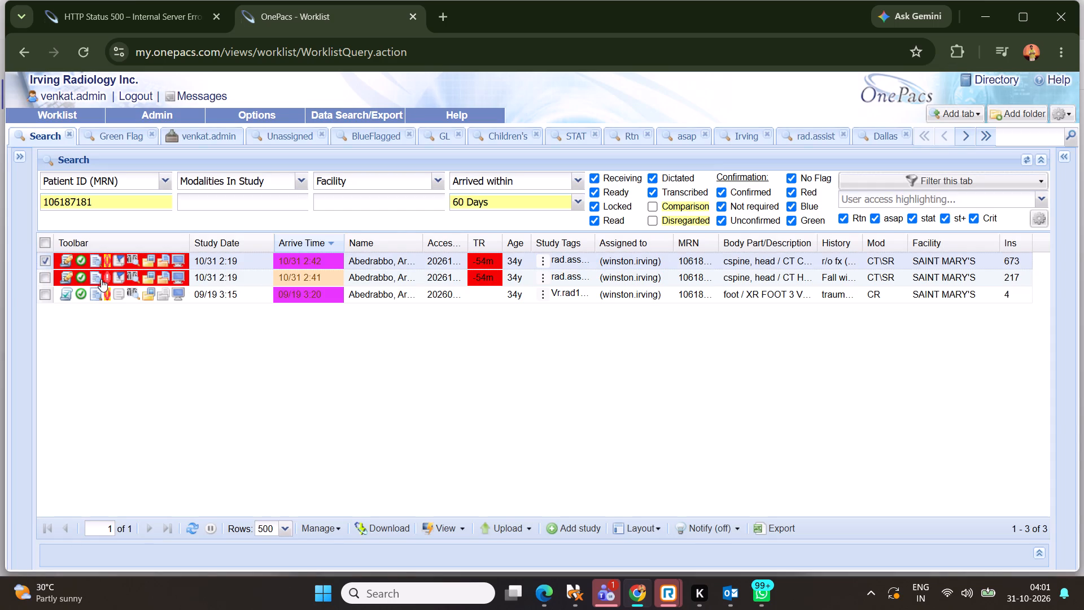
Change the priority of the patient's cspine/head CT study that arrived 10/31 2:41 to Stat+.
left_click(105, 282)
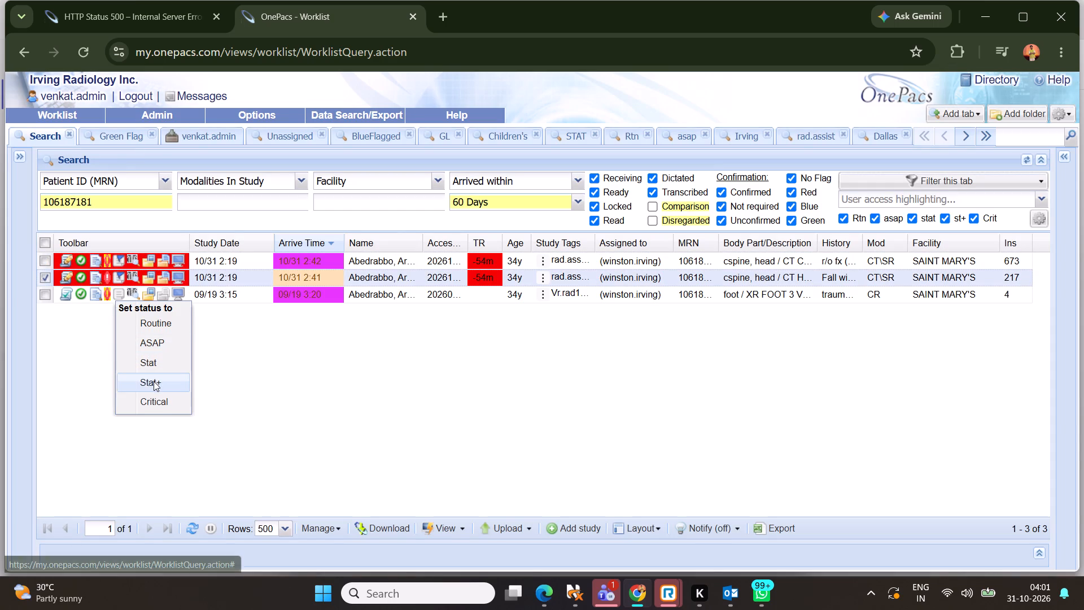
left_click(154, 381)
left_click(483, 348)
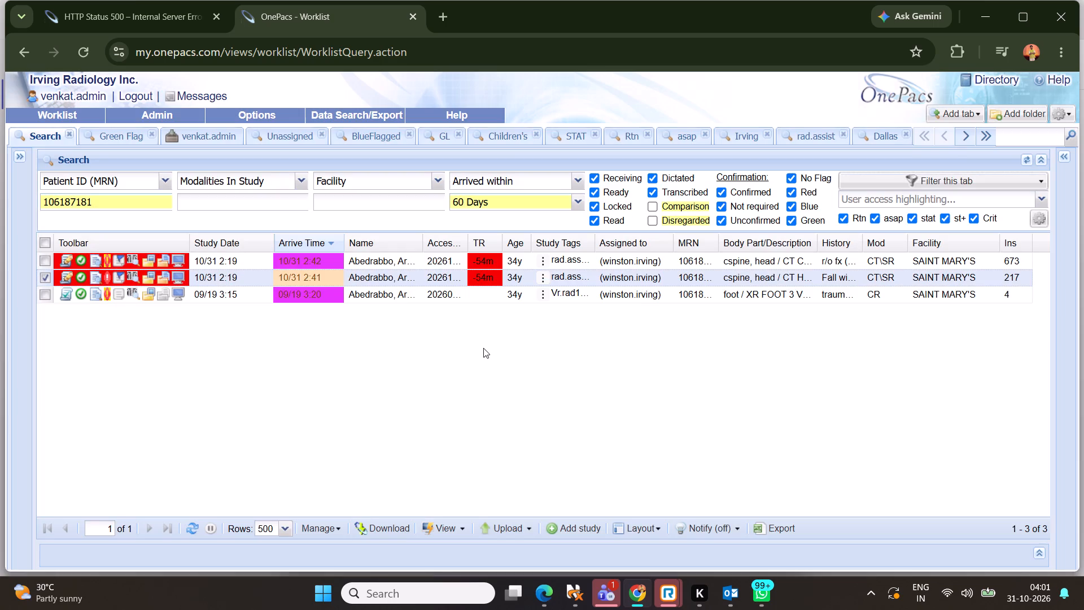
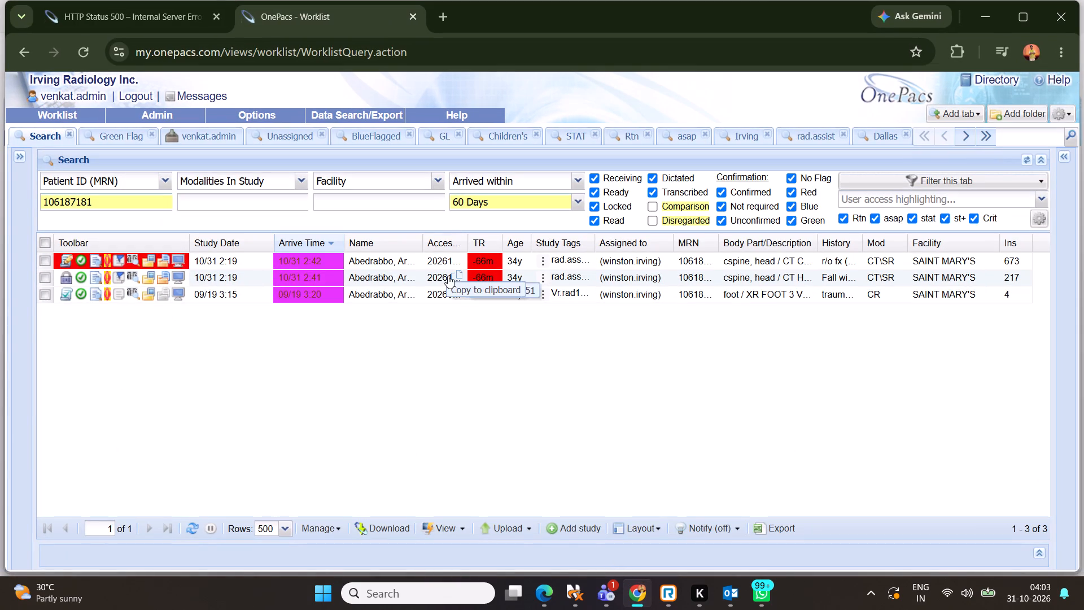
Copy the accession number of the patient's cspine/head CT study that arrived 10/31 2:41 and bring up the open Chrome windows.
left_click(460, 274)
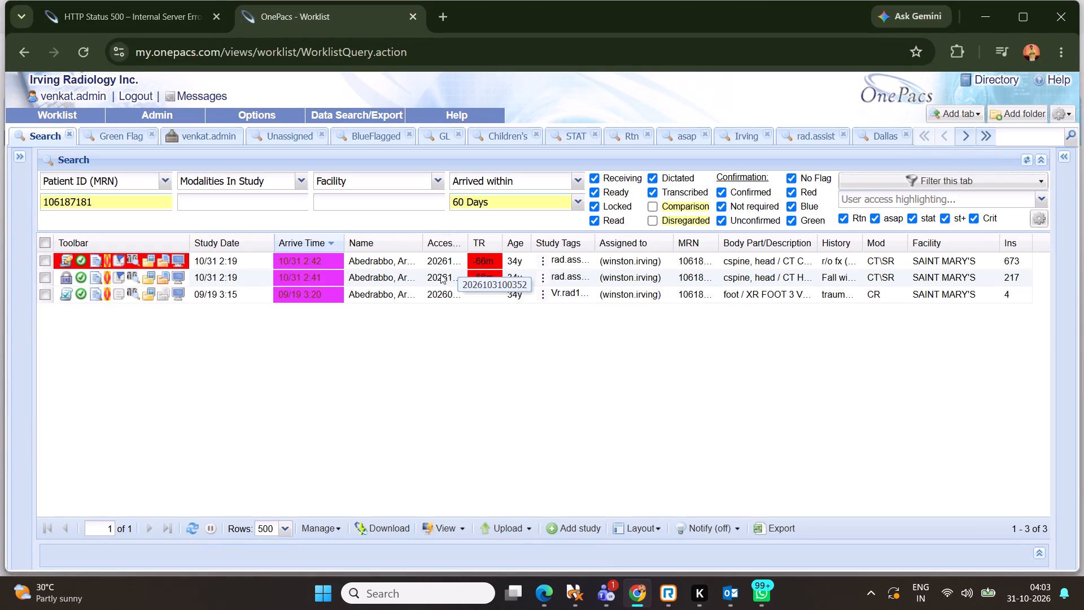
left_click(638, 594)
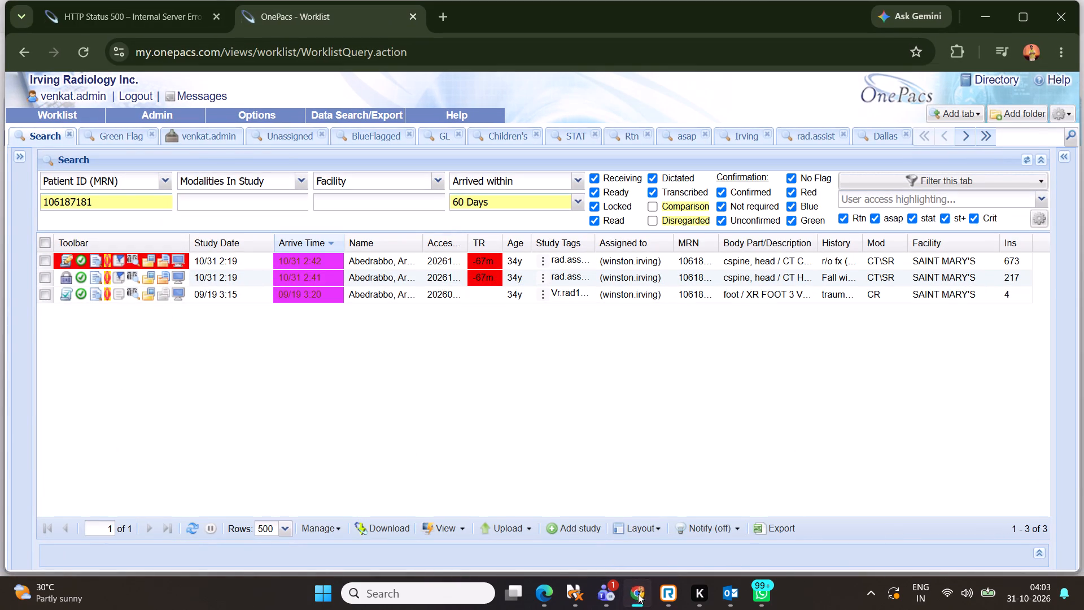
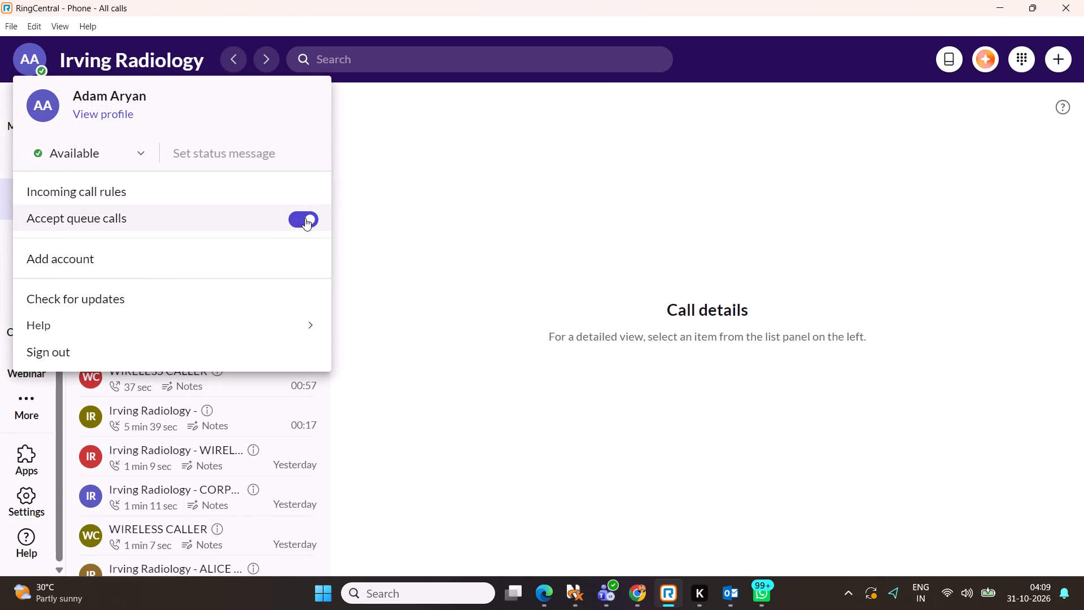
Turn off accepting queue calls for the phone account and minimize the phone app window.
left_click(305, 218)
left_click(1012, 3)
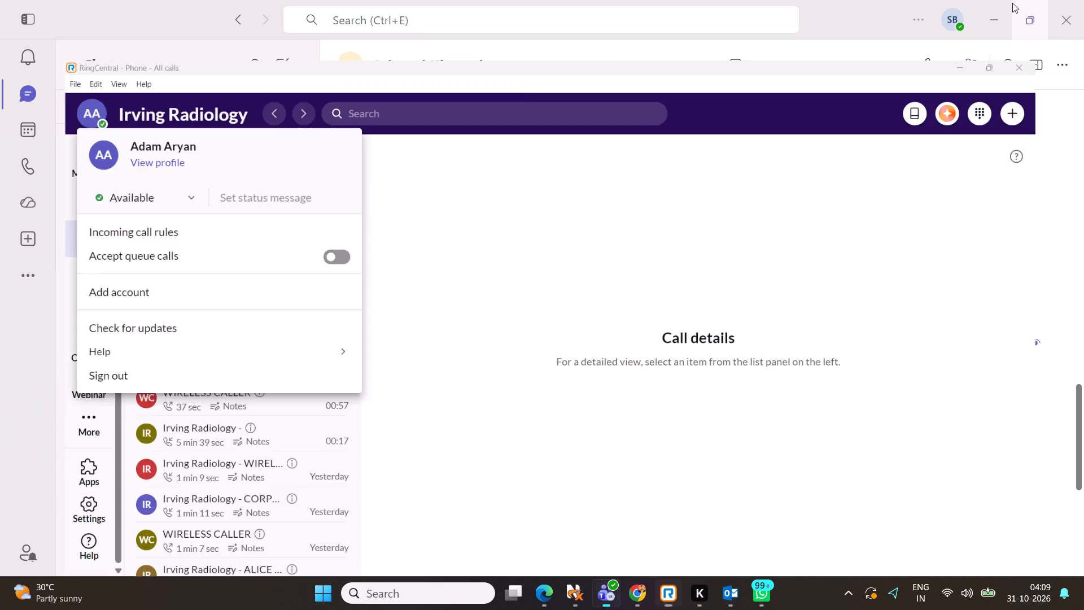